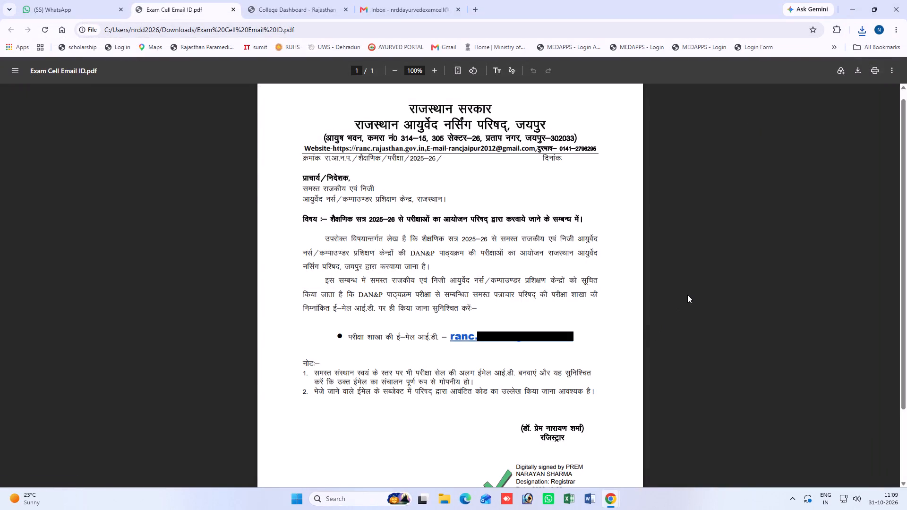
# Capture a screenshot of the letter's body, from the addressee line through the two numbered notes.
pyautogui.press('shift+super+s')
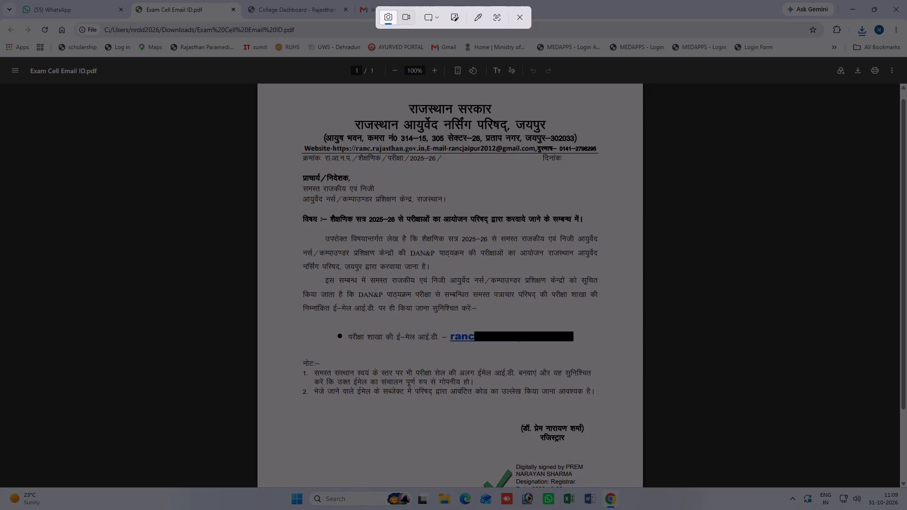
pyautogui.moveTo(291, 170); pyautogui.dragTo(618, 409)
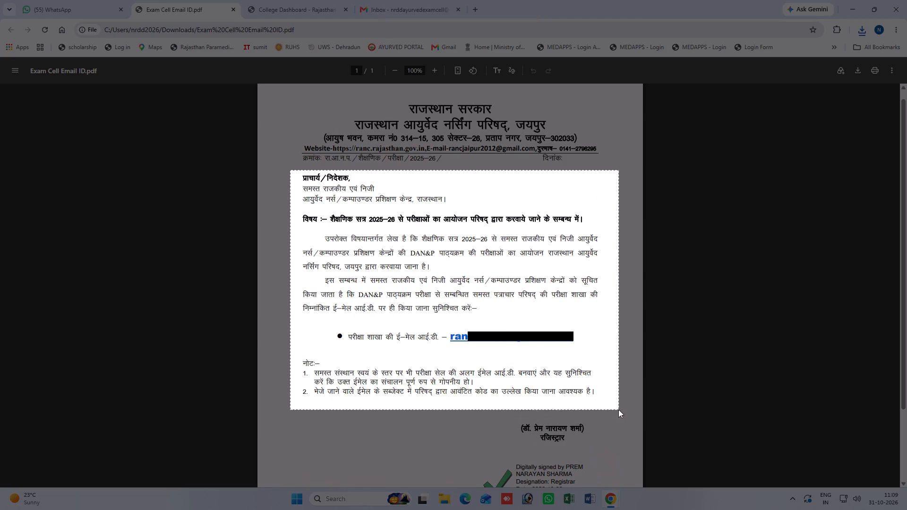
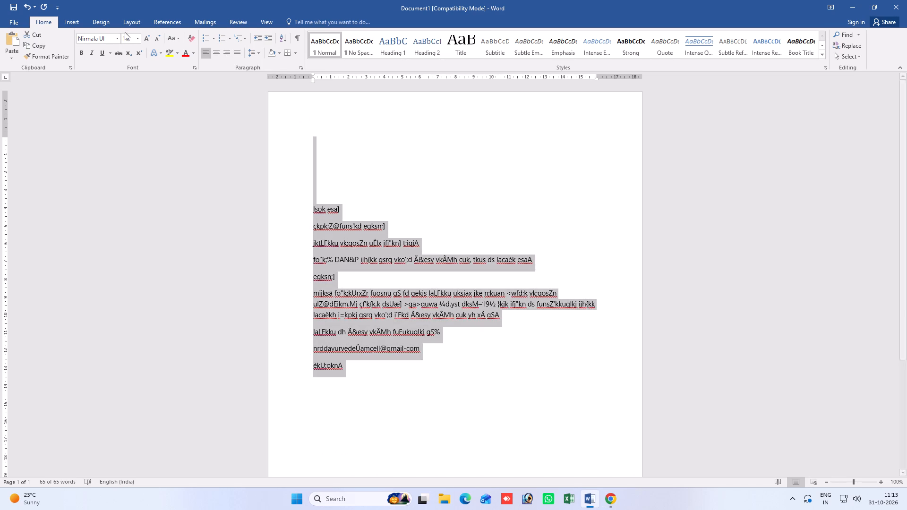
pyautogui.click(120, 36)
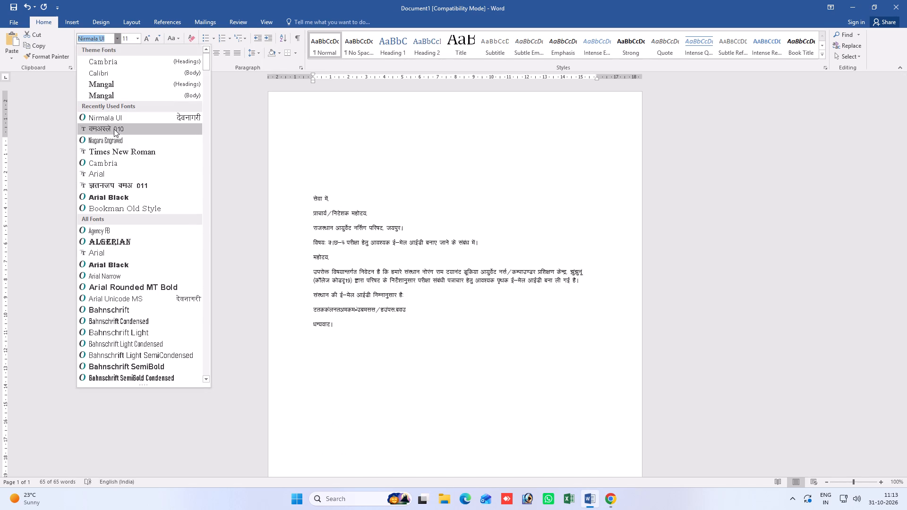
pyautogui.click(119, 130)
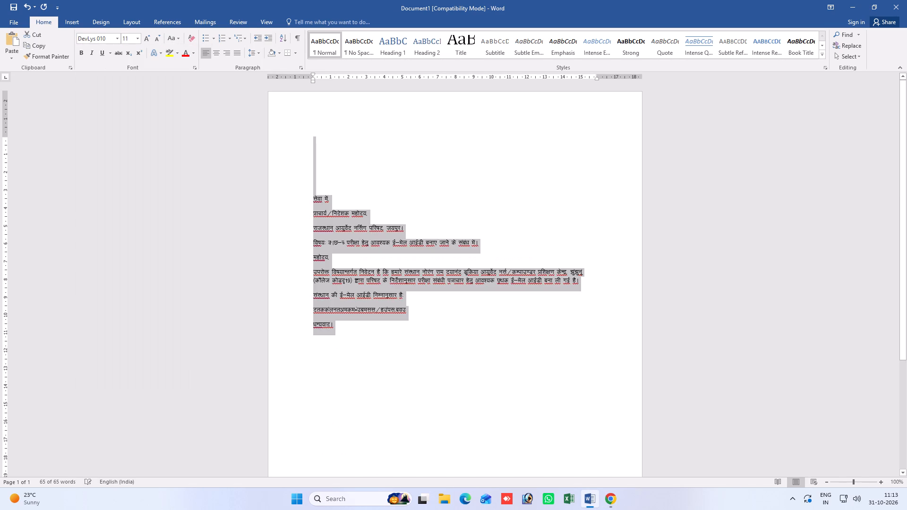
pyautogui.doubleClick(145, 39)
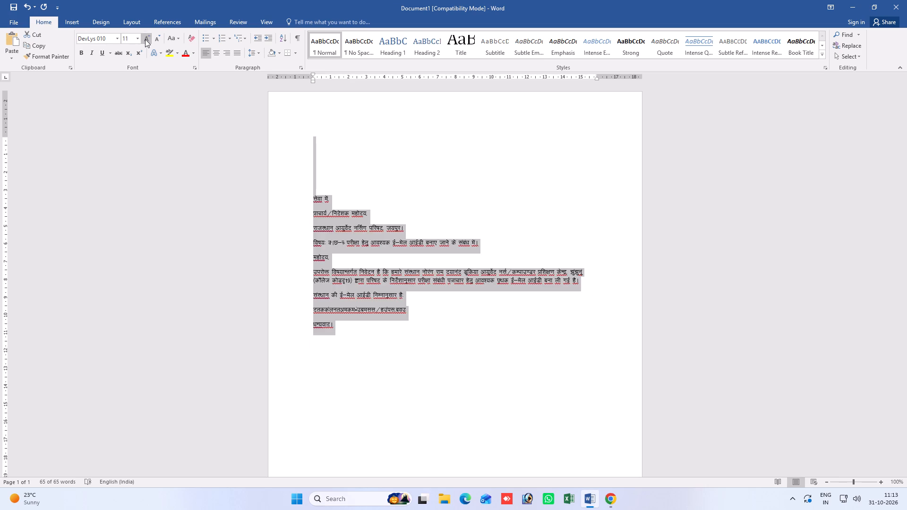
pyautogui.click(145, 39)
pyautogui.click(146, 39)
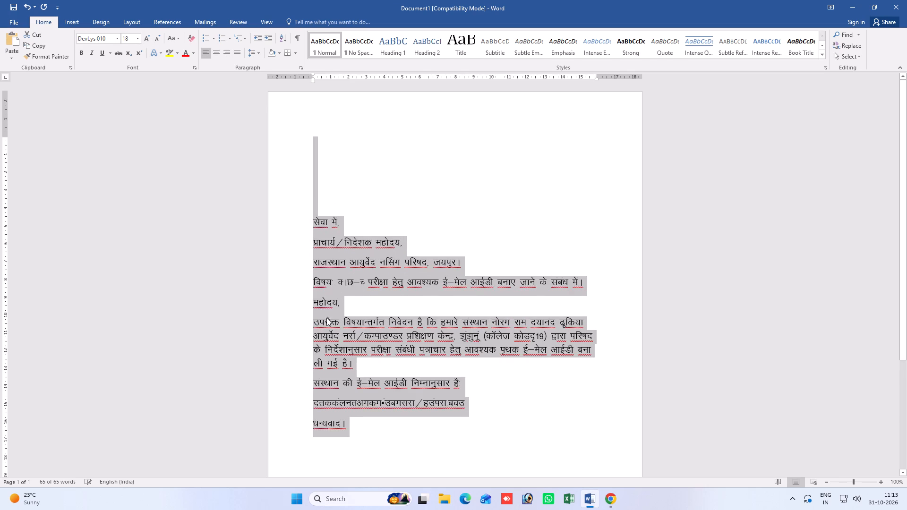
pyautogui.scroll(-1, 330, 319)
# Format the garbled course code after "विषय:" in the subject line as bold Nirmala UI, size 12, so it reads "DAN&P".
pyautogui.click(363, 259)
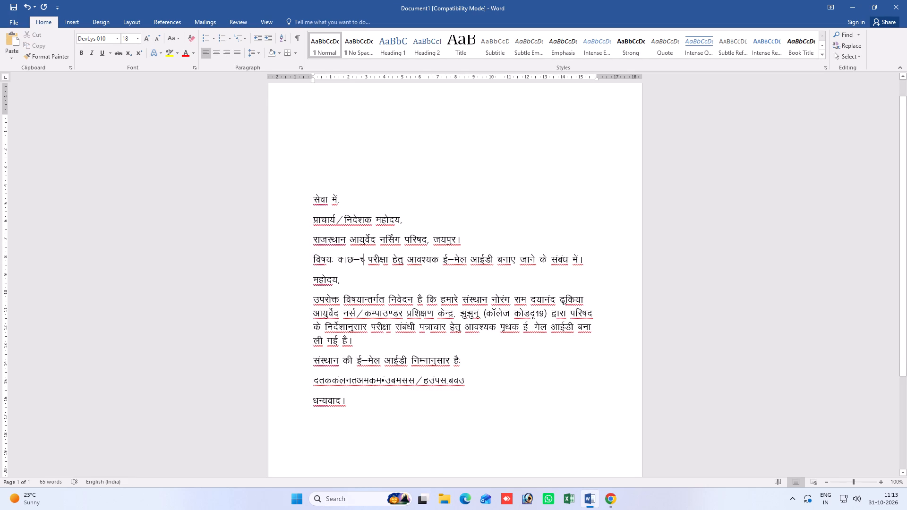
pyautogui.moveTo(337, 261); pyautogui.dragTo(366, 261)
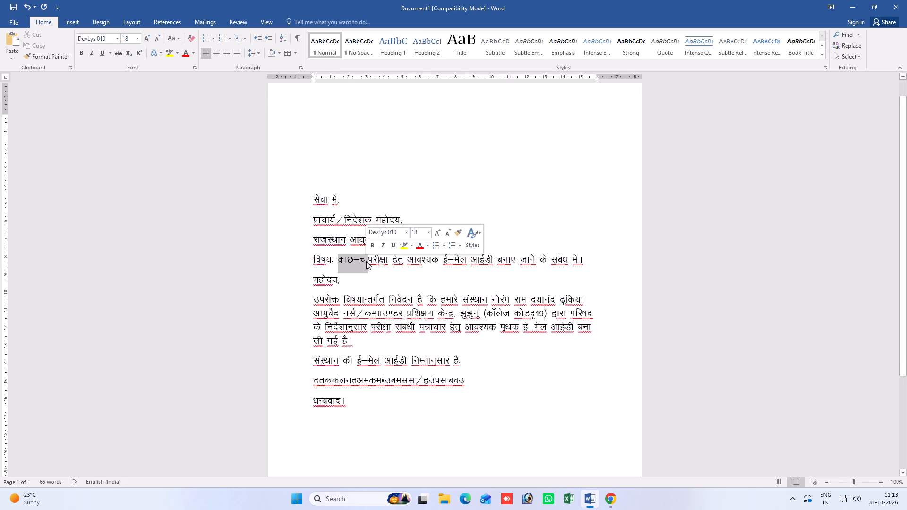
pyautogui.click(118, 39)
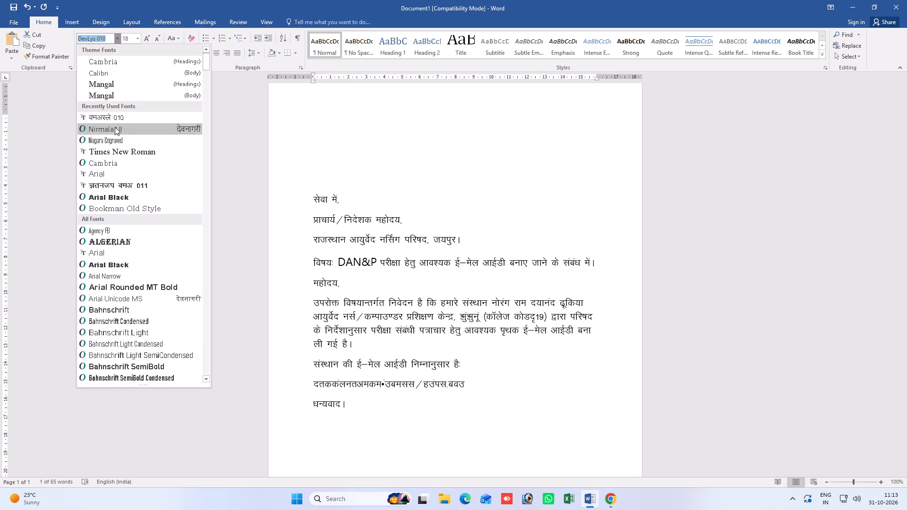
pyautogui.click(114, 127)
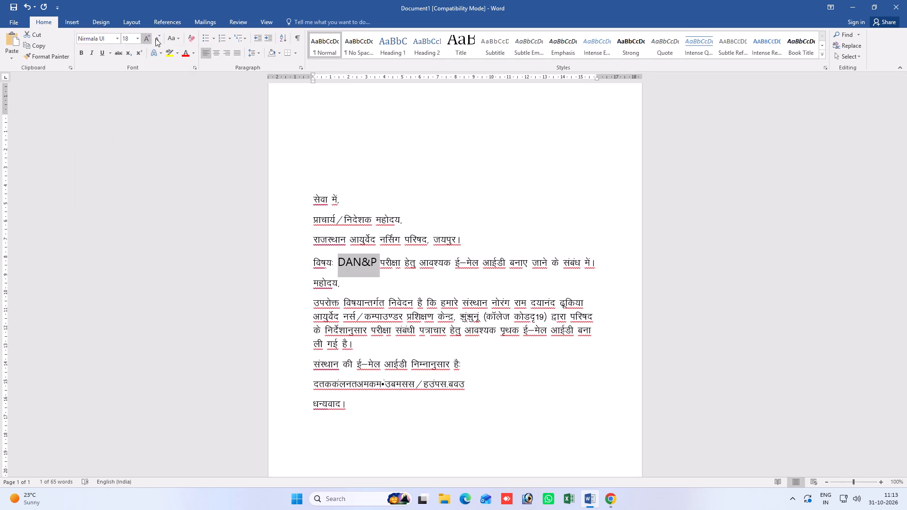
pyautogui.tripleClick(155, 38)
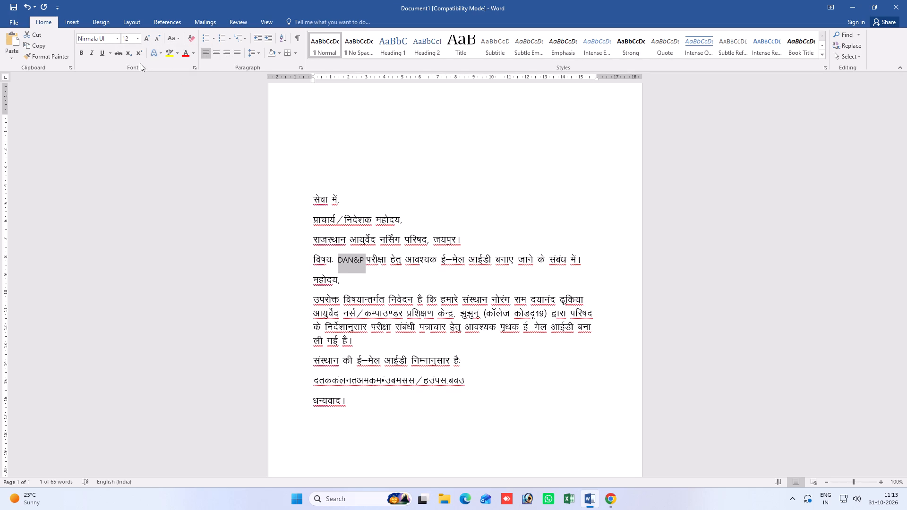
pyautogui.click(84, 50)
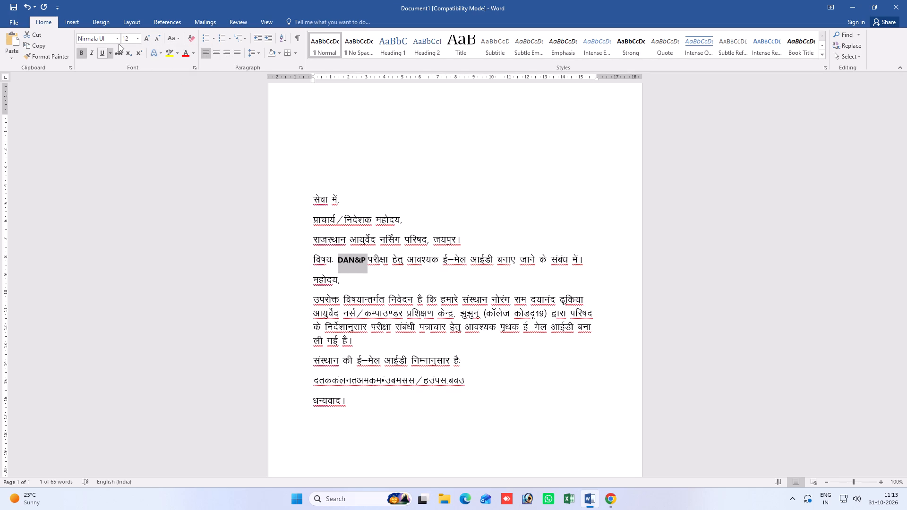
pyautogui.click(377, 268)
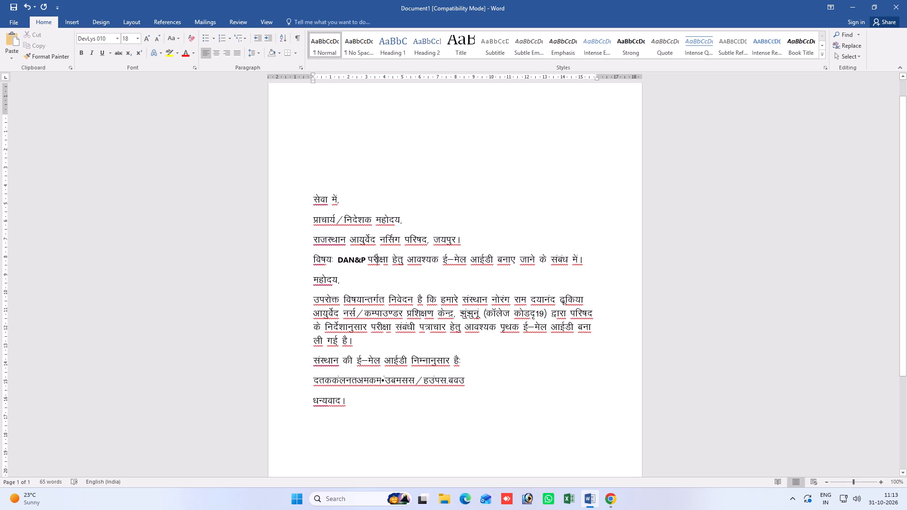
# Indent the first line of the body paragraph starting with "उपरोक्त" by one tab and justify the paragraph.
pyautogui.click(313, 299)
pyautogui.press('Tab')
pyautogui.moveTo(335, 301); pyautogui.dragTo(408, 339)
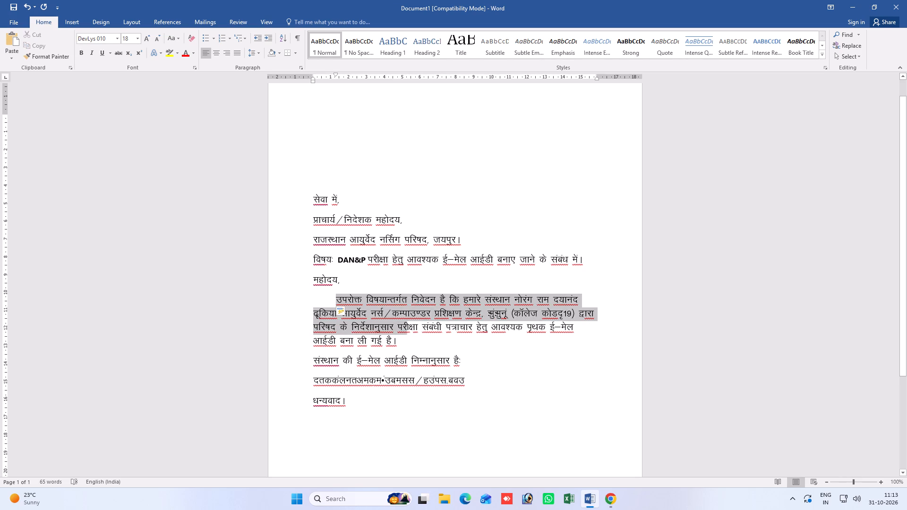
pyautogui.moveTo(408, 339); pyautogui.dragTo(408, 339)
pyautogui.click(235, 55)
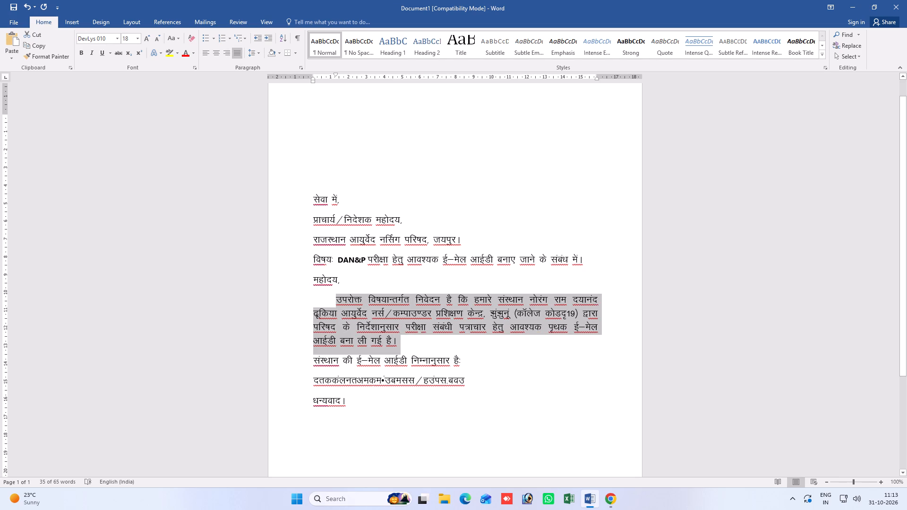
pyautogui.click(413, 339)
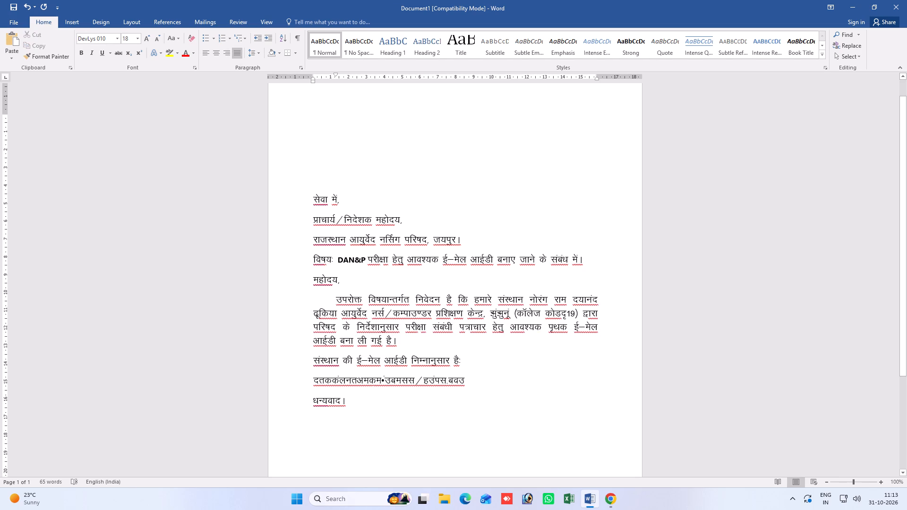
# Set the garbled e-mail address line above "धन्यवाद।" to Nirmala UI, size 14.
pyautogui.moveTo(472, 382); pyautogui.dragTo(471, 382)
pyautogui.moveTo(471, 382); pyautogui.dragTo(304, 377)
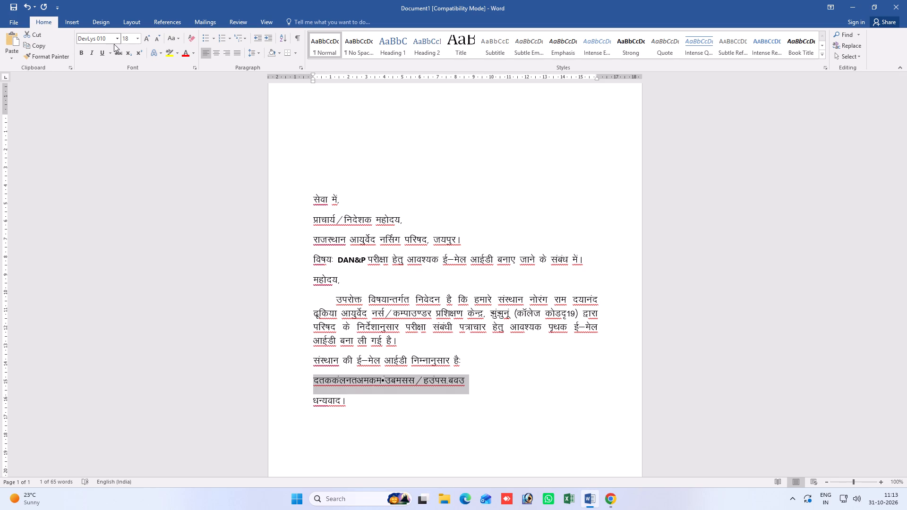
pyautogui.click(115, 42)
pyautogui.click(114, 115)
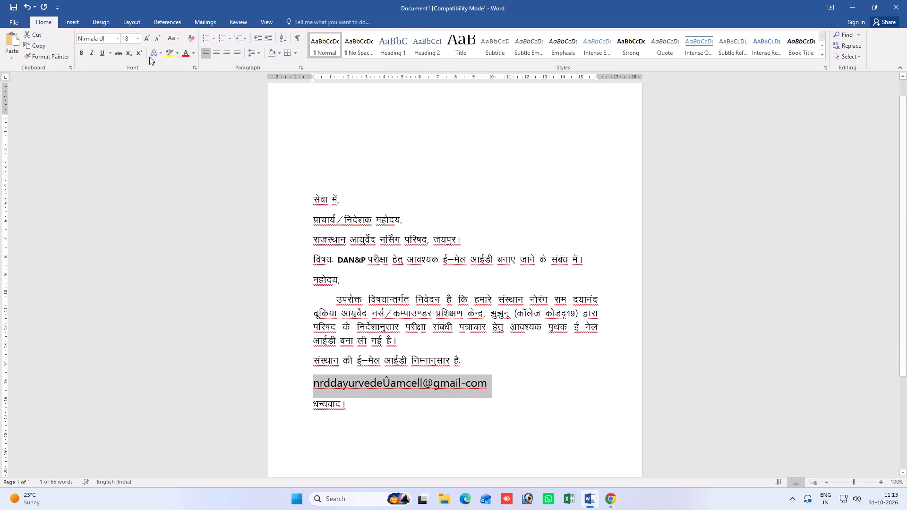
pyautogui.click(155, 42)
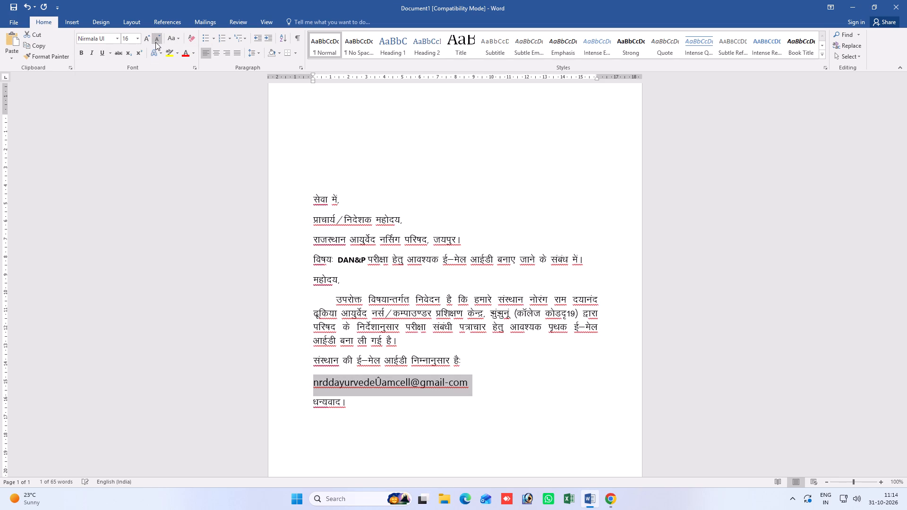
pyautogui.click(155, 42)
# In the e-mail address, replace the stray character "Û" with "x" so that "exam" is spelled correctly.
pyautogui.click(371, 382)
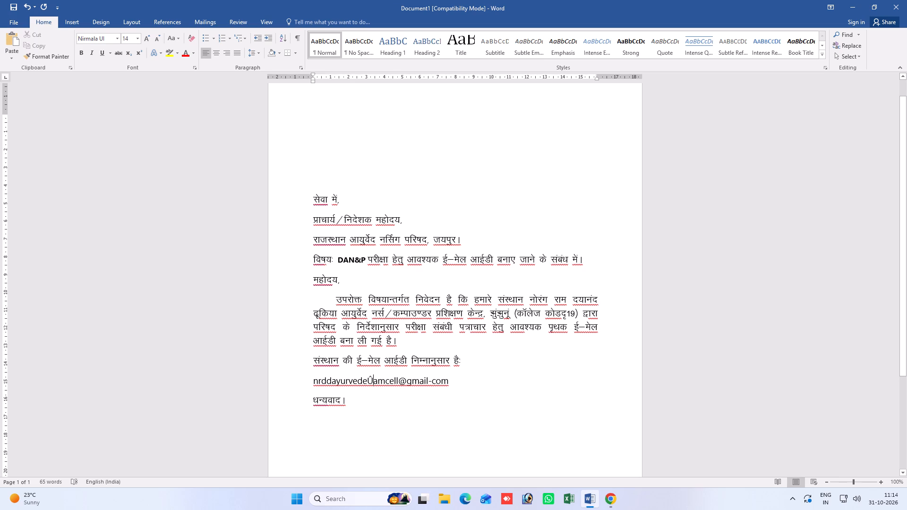
pyautogui.press('Right')
pyautogui.press('Right')
pyautogui.press('Right')
pyautogui.press('Right')
pyautogui.press('Right')
pyautogui.press('Left')
pyautogui.press('Left')
pyautogui.press('Left')
pyautogui.press('Left')
pyautogui.press('Left')
pyautogui.press('BackSpace')
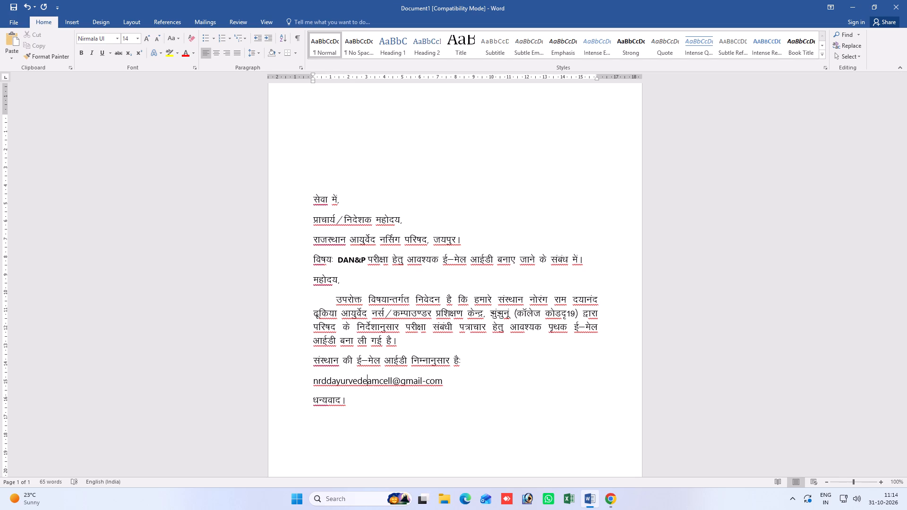
pyautogui.press('x')
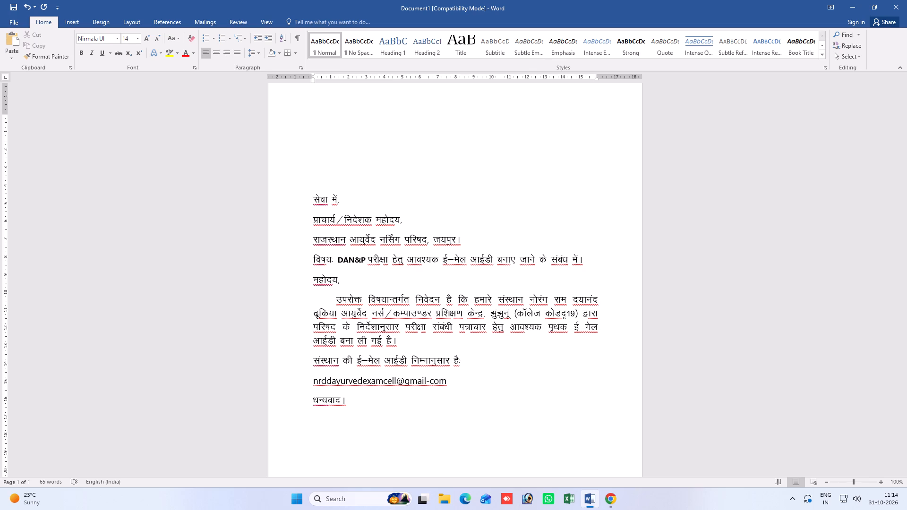
# Replace the hyphen before "com" in the e-mail address with a period.
pyautogui.press('Right')
pyautogui.press('Right')
pyautogui.press('Right')
pyautogui.press('Right')
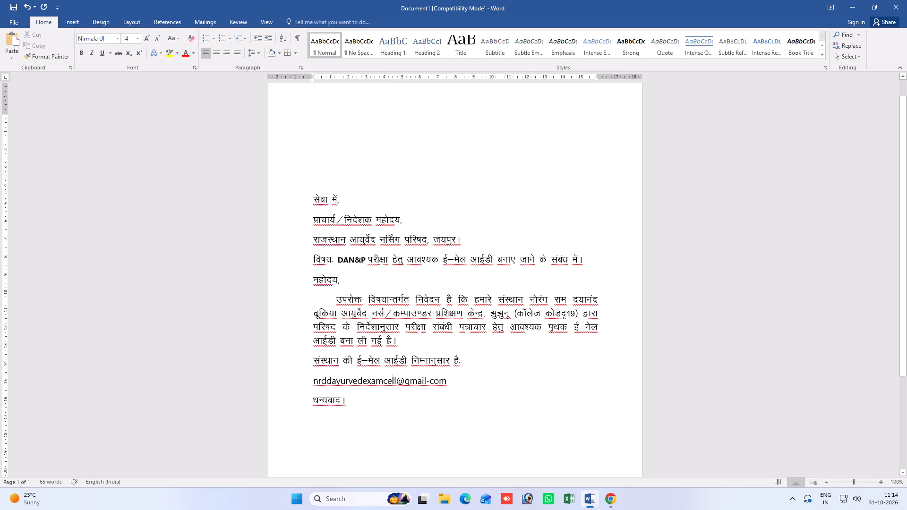
pyautogui.moveTo(315, 381); pyautogui.dragTo(447, 382)
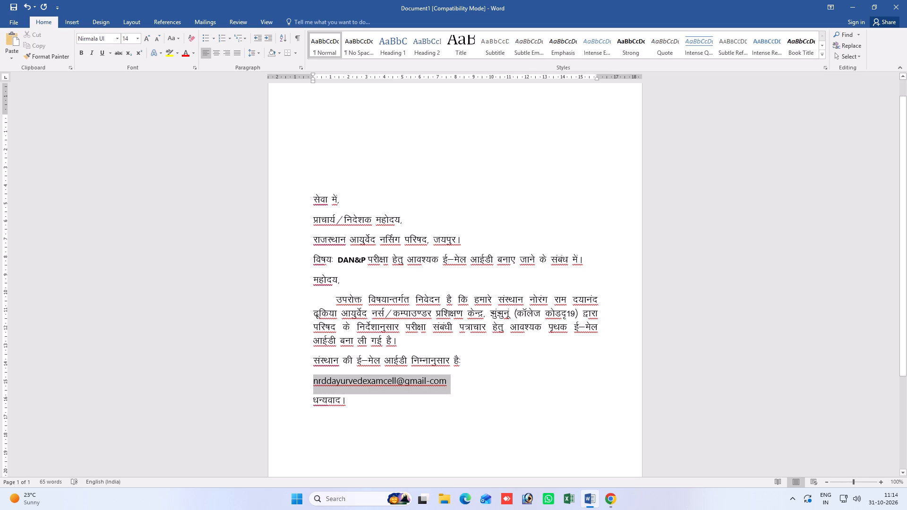
pyautogui.moveTo(447, 382); pyautogui.dragTo(445, 382)
pyautogui.click(432, 382)
pyautogui.click(430, 382)
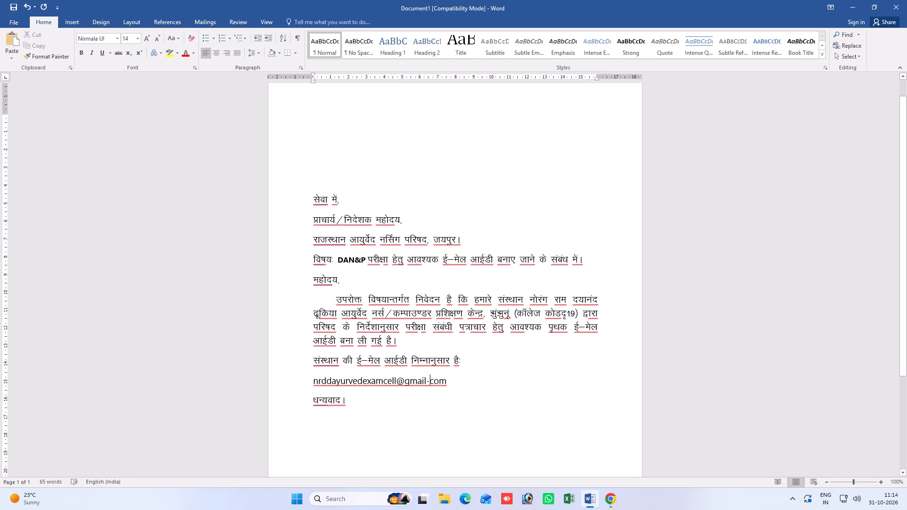
pyautogui.press('BackSpace')
pyautogui.press('.')
# Make the whole e-mail address line bold.
pyautogui.moveTo(456, 386); pyautogui.dragTo(317, 382)
pyautogui.hotkey('ctrl', 'b')
pyautogui.click(354, 395)
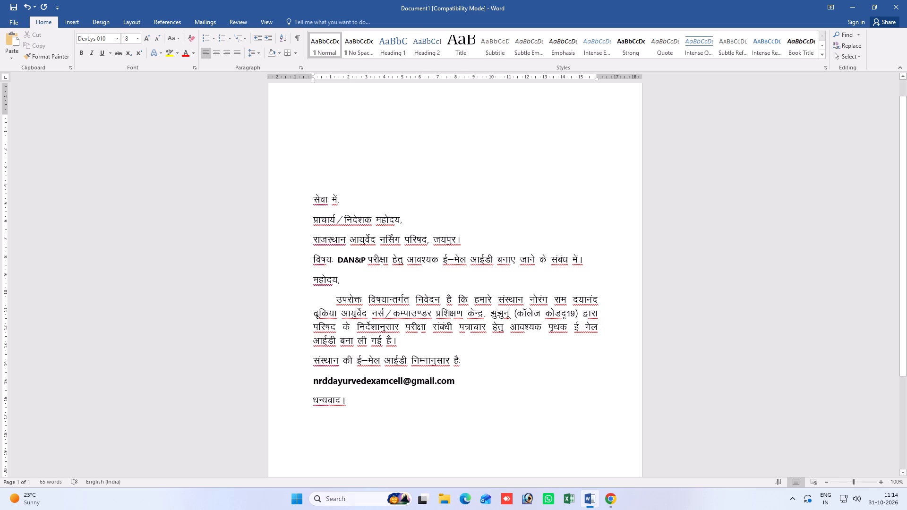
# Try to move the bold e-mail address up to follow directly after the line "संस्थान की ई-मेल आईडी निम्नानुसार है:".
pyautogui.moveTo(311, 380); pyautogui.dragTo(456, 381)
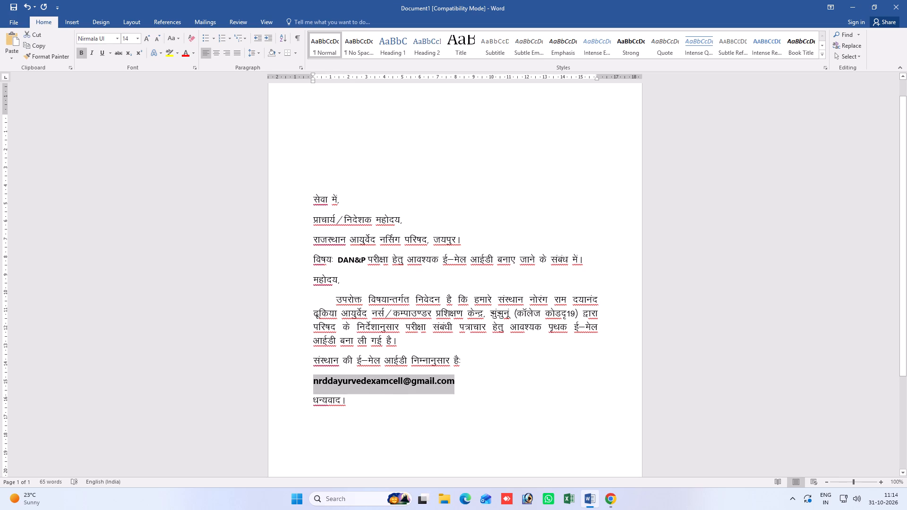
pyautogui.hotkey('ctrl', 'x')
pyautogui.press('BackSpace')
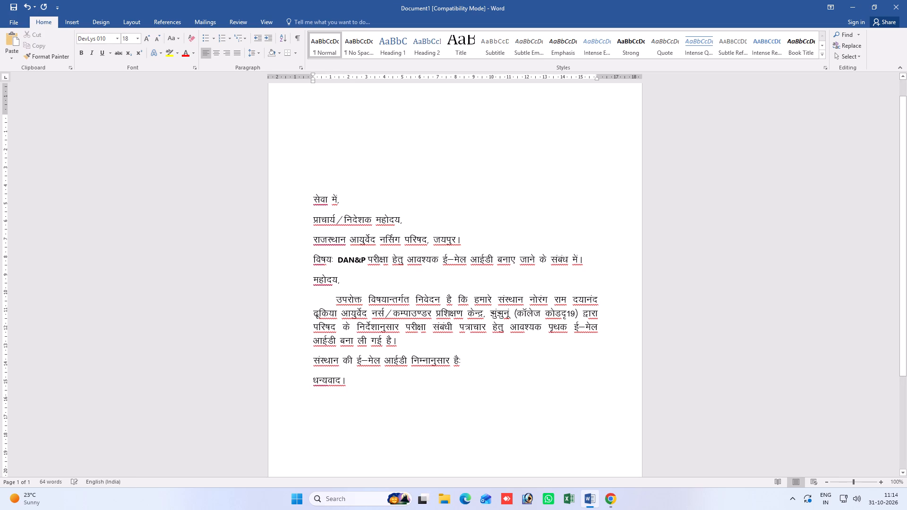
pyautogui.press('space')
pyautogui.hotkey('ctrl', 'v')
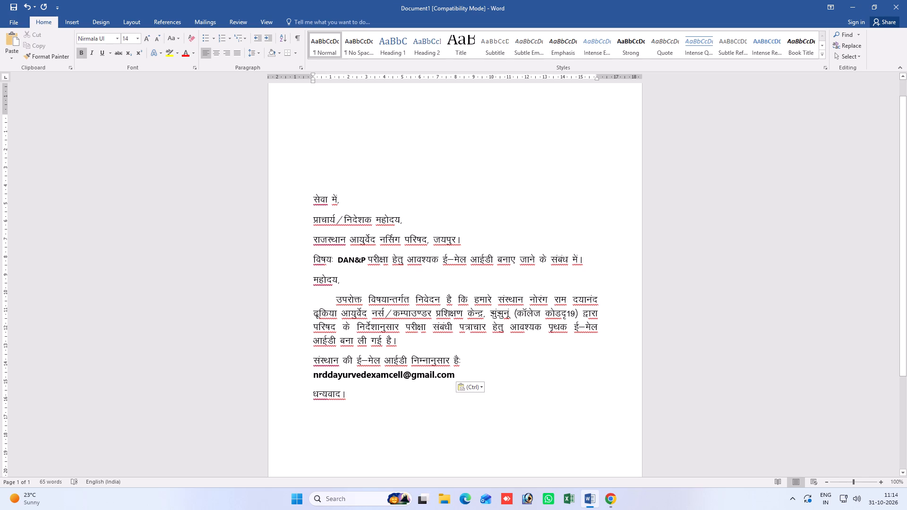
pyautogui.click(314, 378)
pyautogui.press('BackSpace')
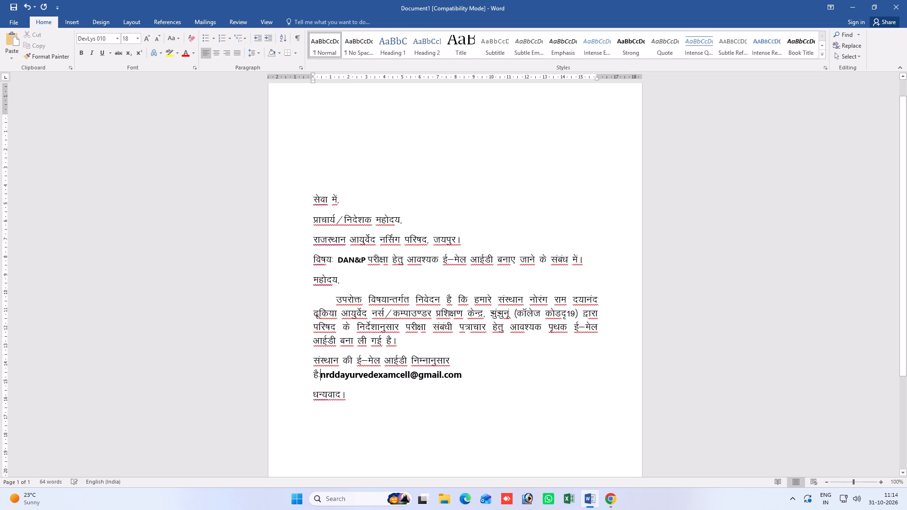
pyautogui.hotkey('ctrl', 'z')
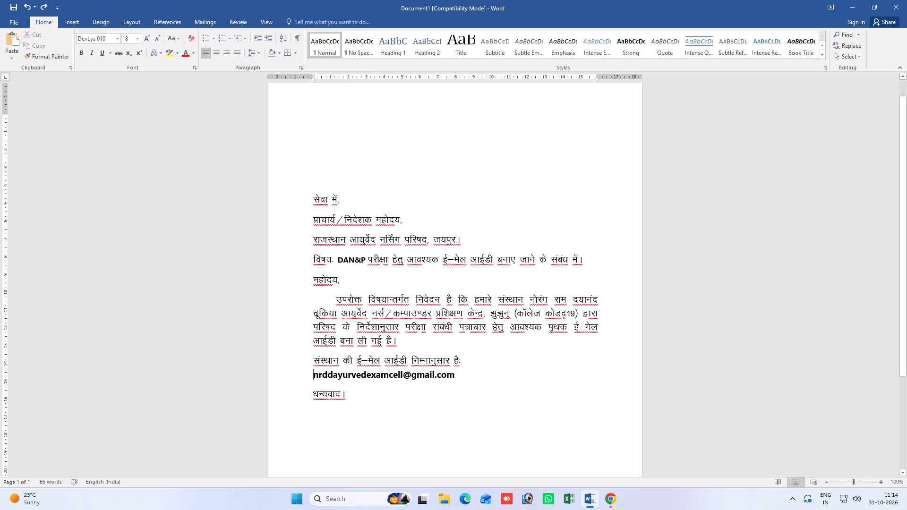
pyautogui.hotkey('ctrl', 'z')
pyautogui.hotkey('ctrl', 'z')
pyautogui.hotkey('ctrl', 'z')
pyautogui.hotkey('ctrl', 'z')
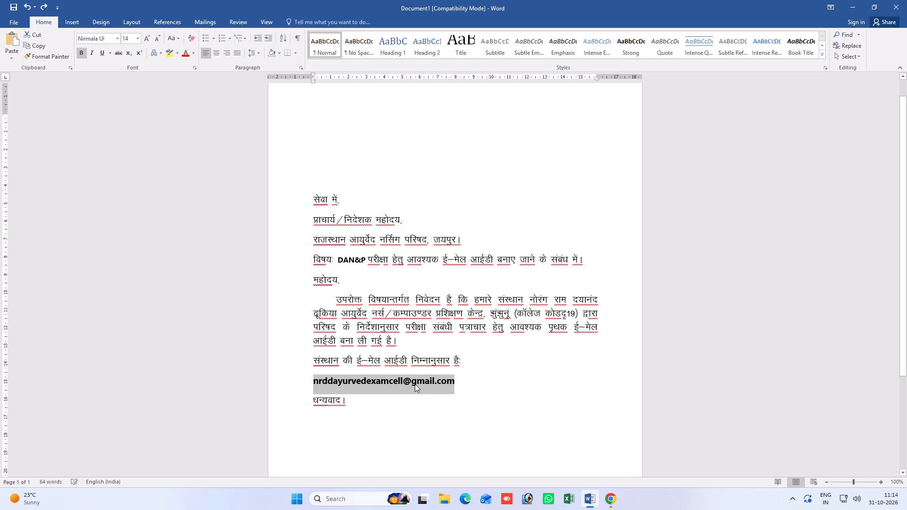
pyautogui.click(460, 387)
# Check the whole letter in the print preview and return to editing the document.
pyautogui.scroll(-3, 504, 385)
pyautogui.scroll(5, 504, 385)
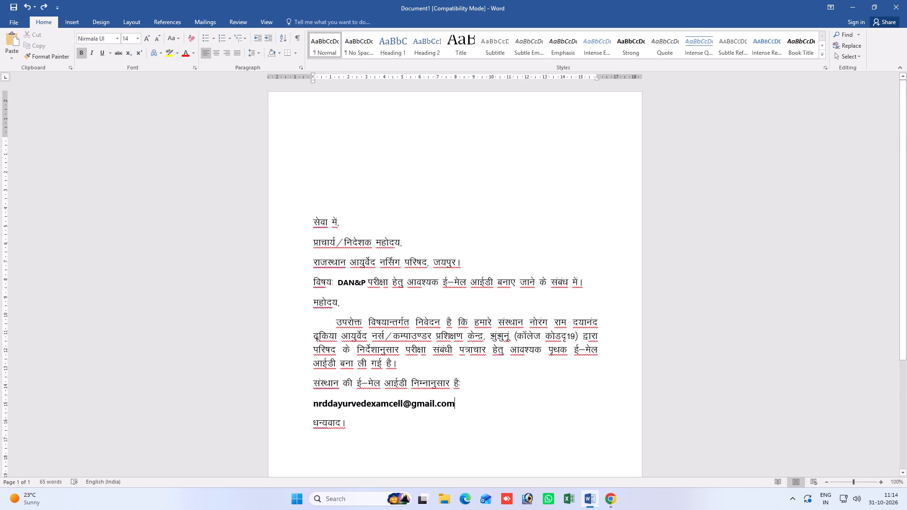
pyautogui.hotkey('ctrl', 'p')
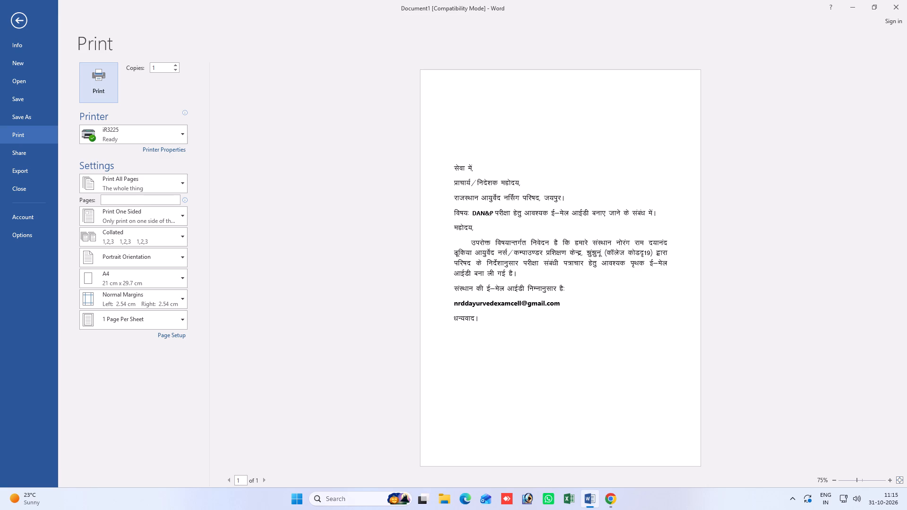
pyautogui.press('Escape')
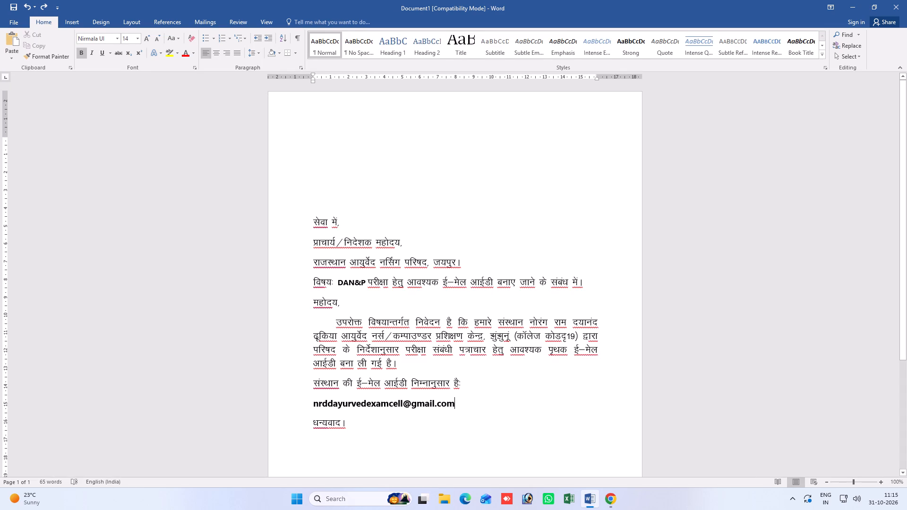
# In the body paragraph's college code, replace the stray character before 19 with a period so it reads "कोड.19".
pyautogui.click(566, 340)
pyautogui.press('BackSpace')
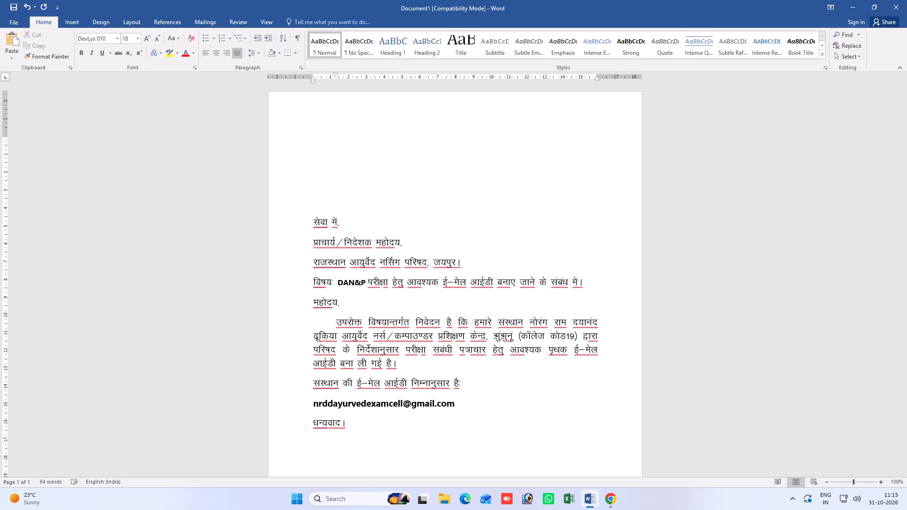
pyautogui.press('.')
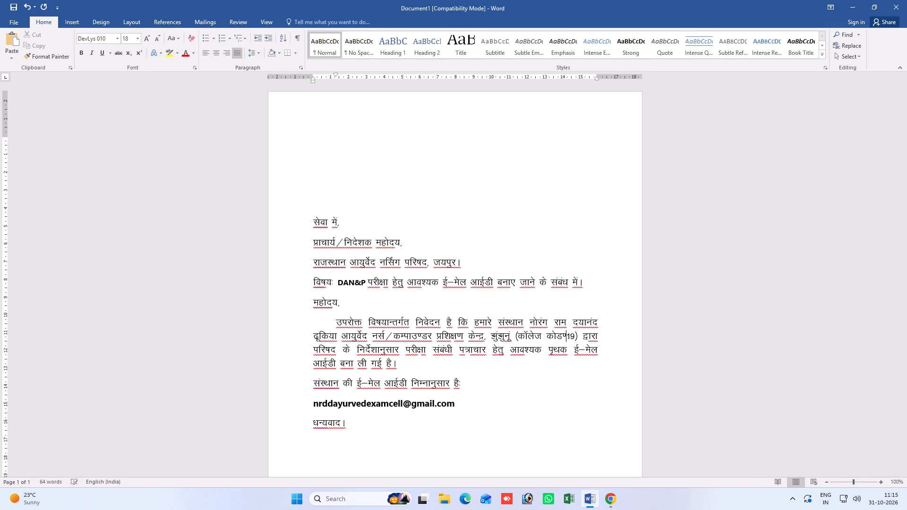
pyautogui.press('BackSpace')
pyautogui.press('-')
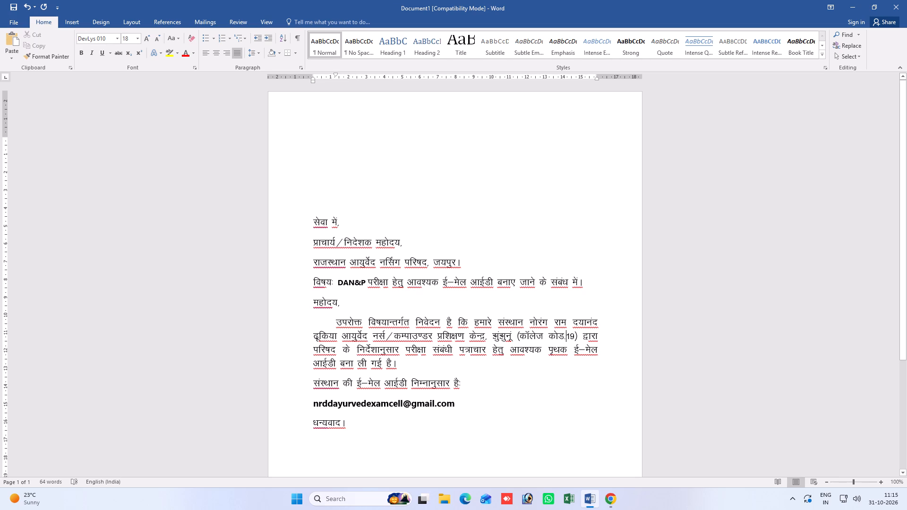
# Print one copy of the whole letter on the iR3225 printer.
pyautogui.hotkey('ctrl', 'p')
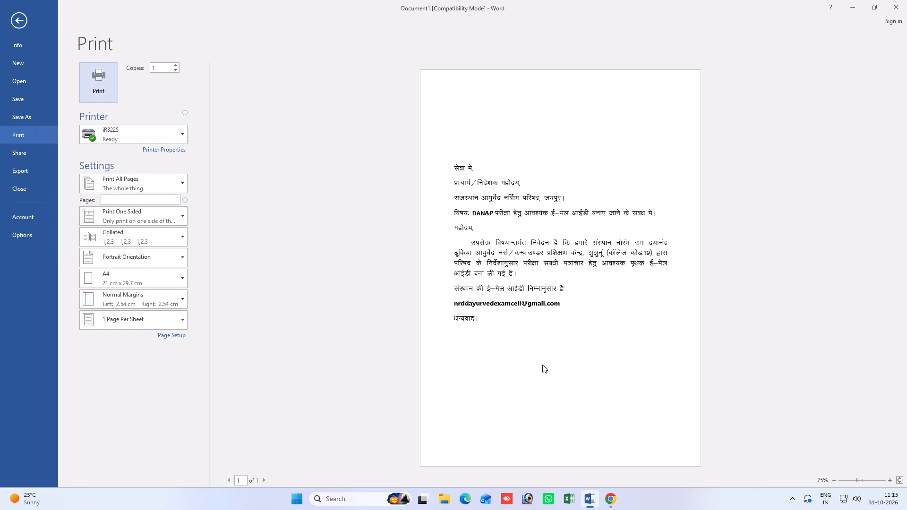
pyautogui.press('Return')
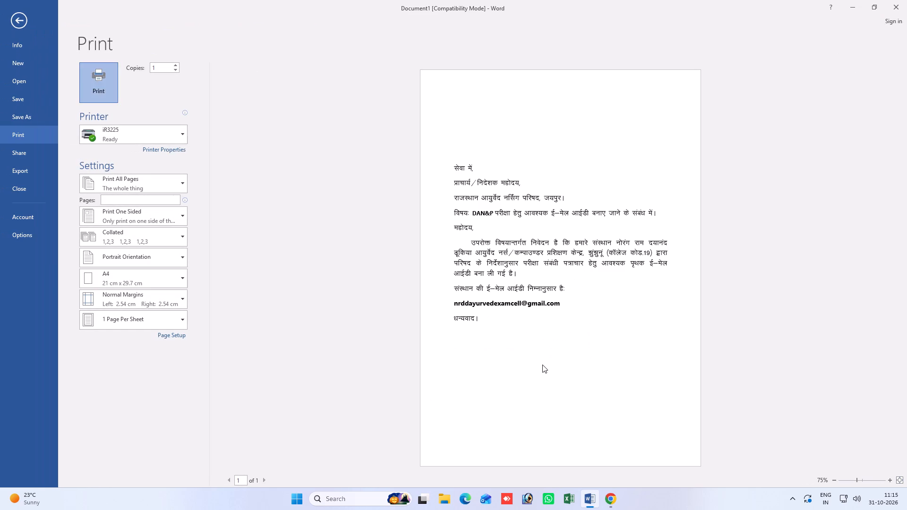
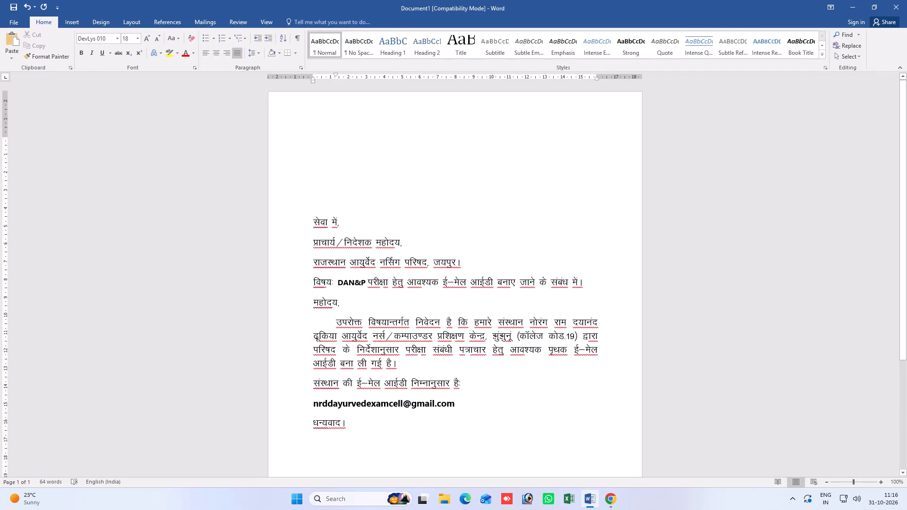
# Remove the space inside the salutation on the letter's first line so it reads "सेवामें,".
pyautogui.click(329, 220)
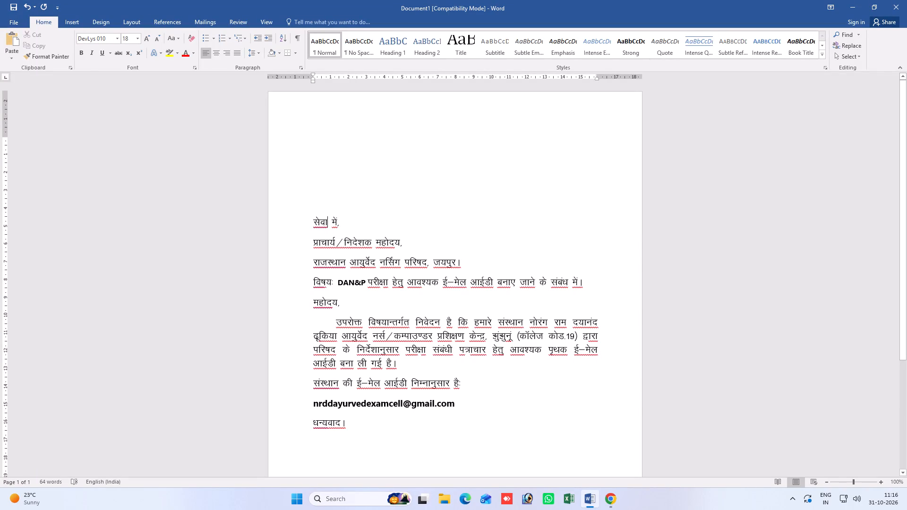
pyautogui.click(333, 225)
pyautogui.press('BackSpace')
pyautogui.click(377, 223)
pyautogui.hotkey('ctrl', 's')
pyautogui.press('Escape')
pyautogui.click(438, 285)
# Switch to the Chrome window showing the ChatGPT conversation with the Hindi letter draft.
pyautogui.click(613, 509)
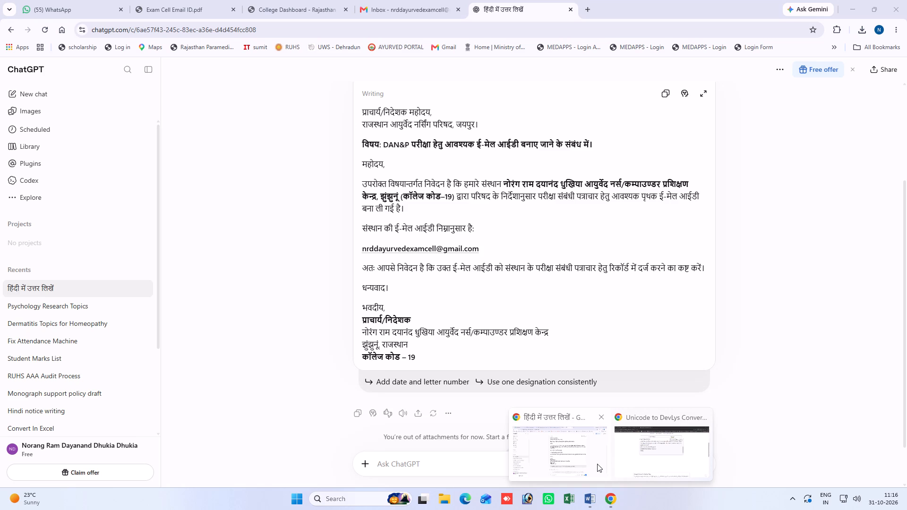
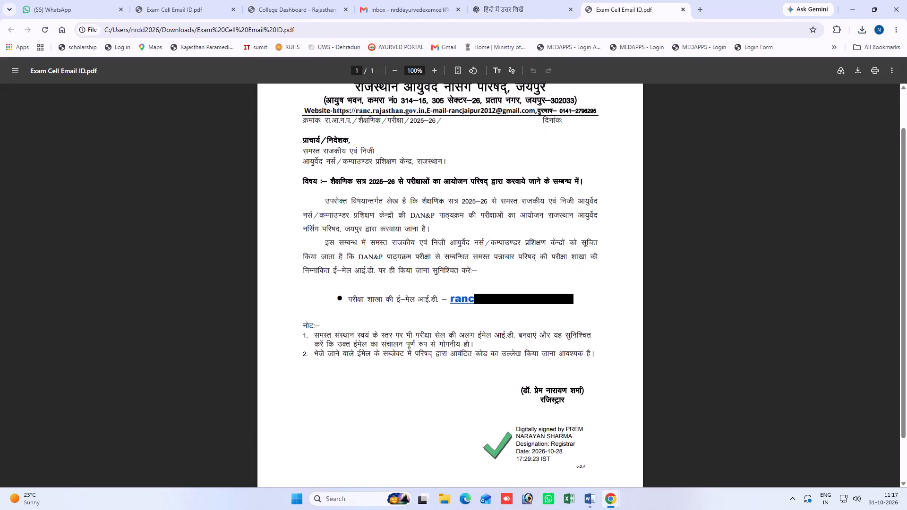
# Copy the council exam branch's e-mail address from the link in the Exam Cell Email ID PDF.
pyautogui.rightClick(456, 297)
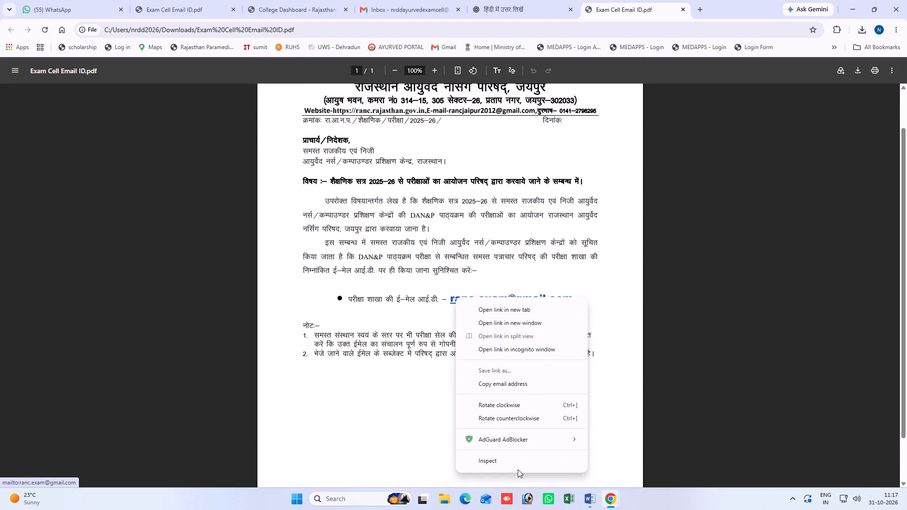
pyautogui.click(512, 387)
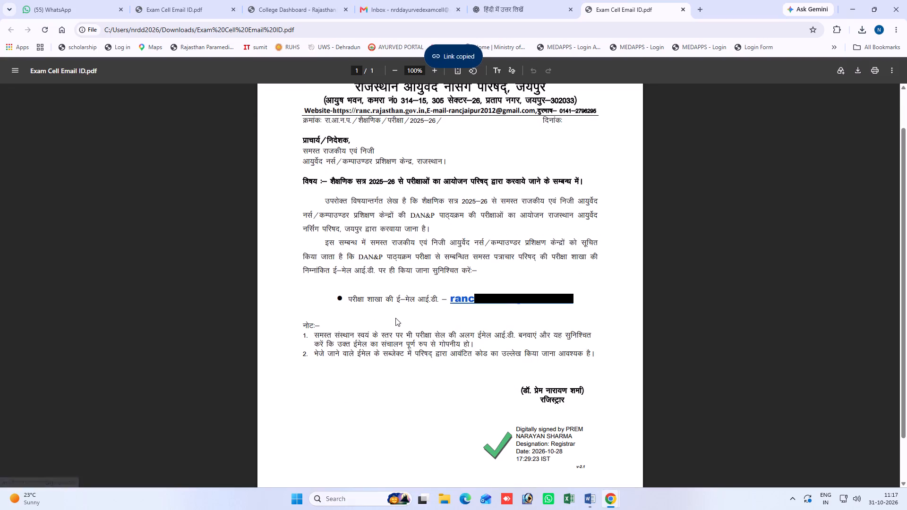
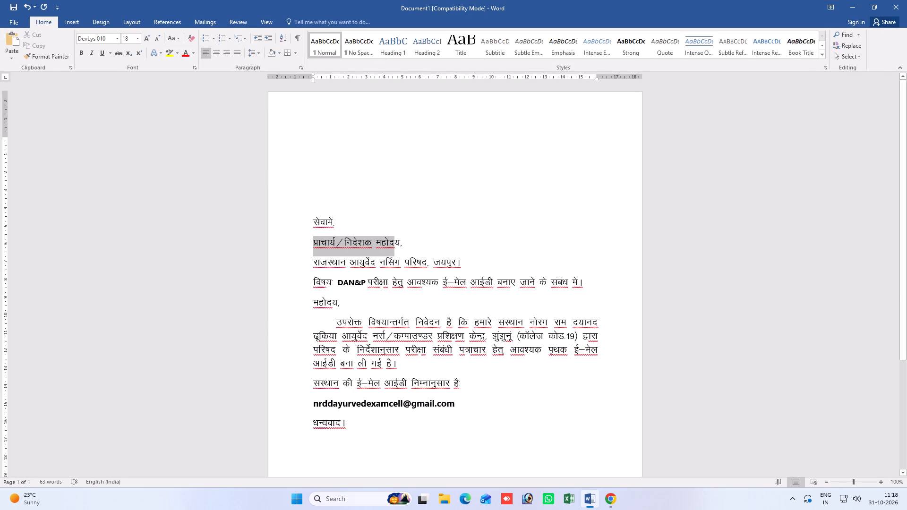
pyautogui.moveTo(392, 243); pyautogui.dragTo(401, 243)
pyautogui.hotkey('ctrl', 'v')
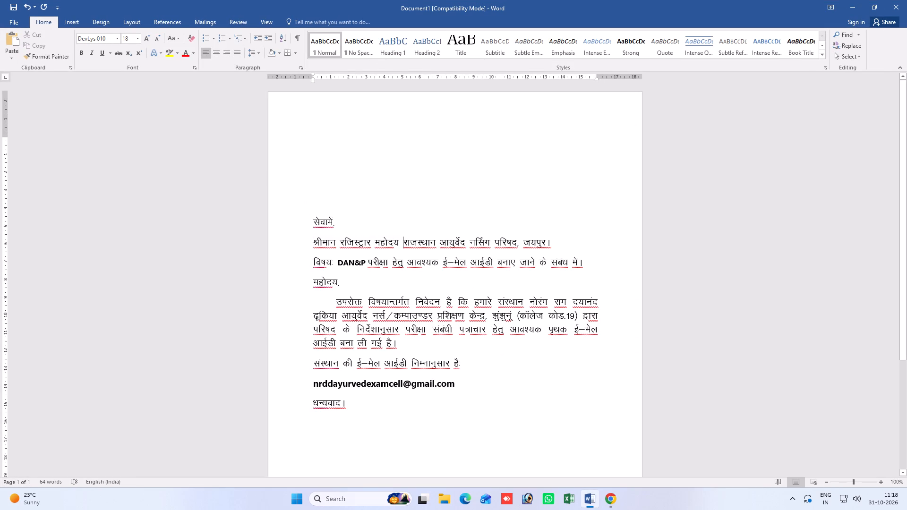
pyautogui.press('Return')
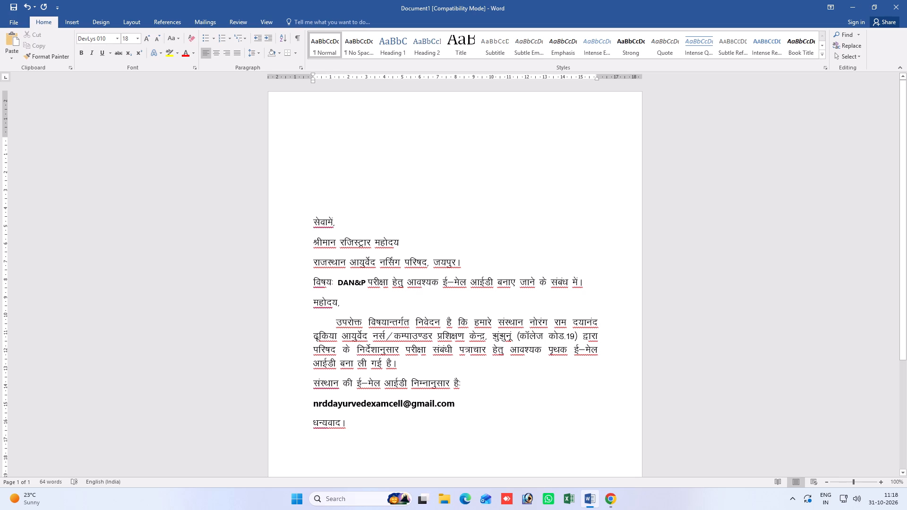
# Look over the rest of the letter and bring up its print settings and preview.
pyautogui.scroll(-8, 456, 349)
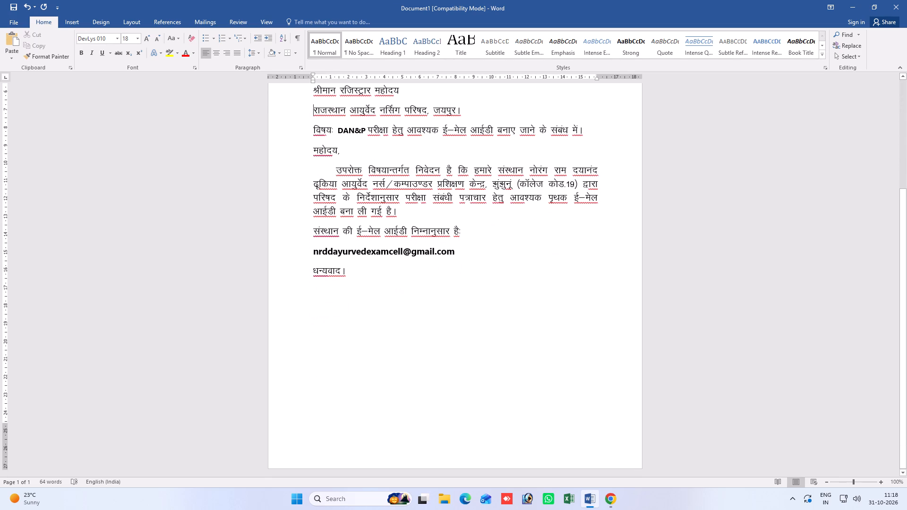
pyautogui.hotkey('ctrl', 'p')
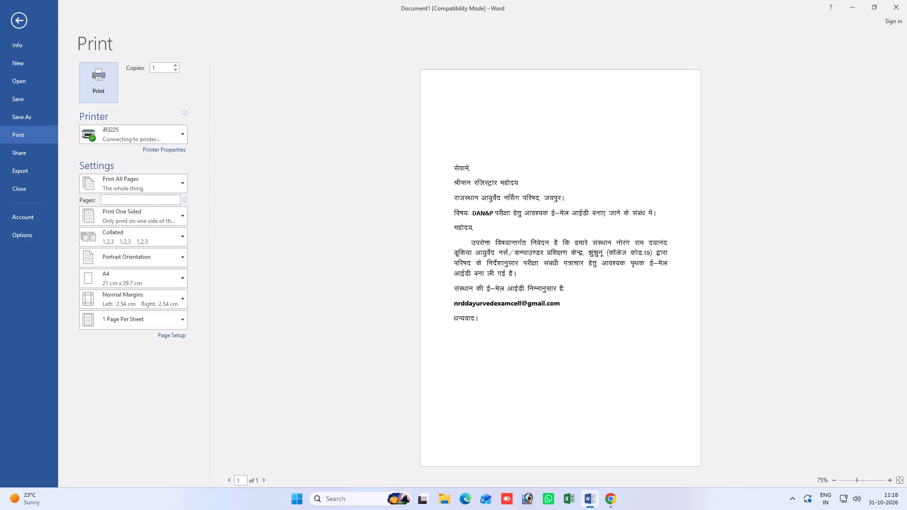
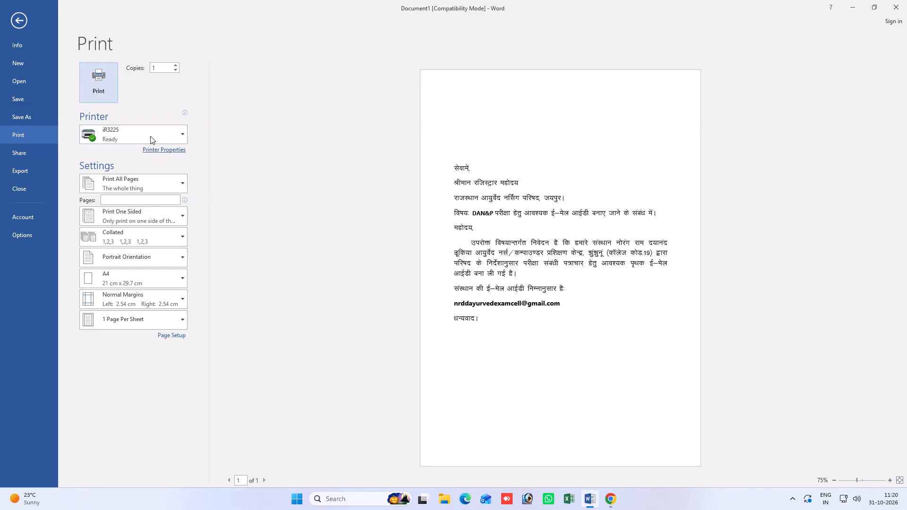
# Print one copy of the whole letter one-sided on A4 in portrait orientation with the iR3225 printer.
pyautogui.click(89, 87)
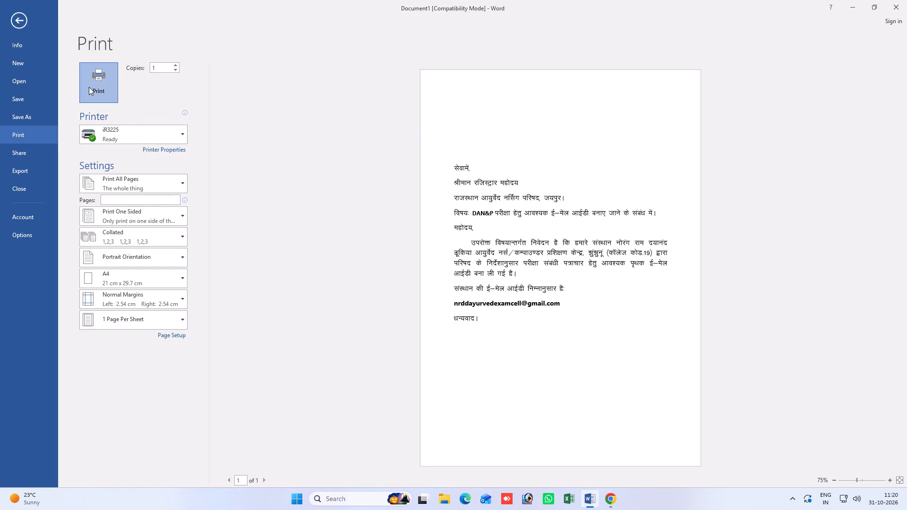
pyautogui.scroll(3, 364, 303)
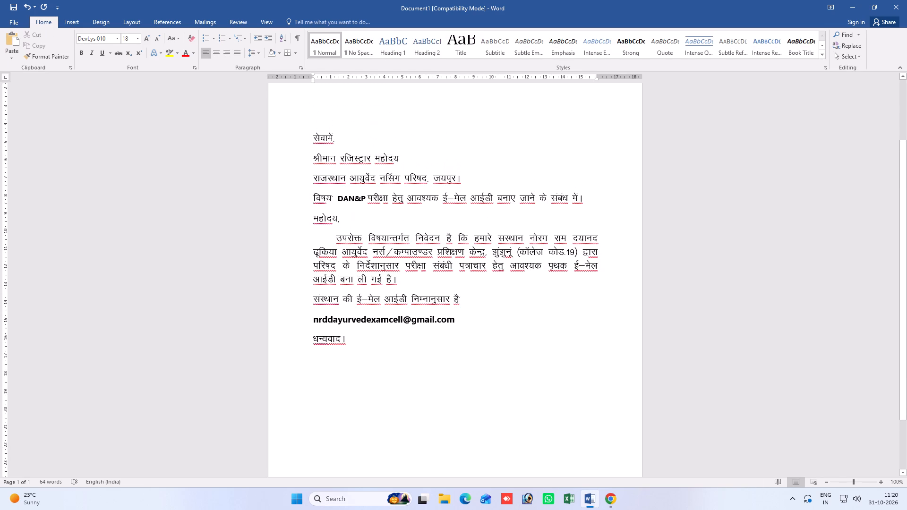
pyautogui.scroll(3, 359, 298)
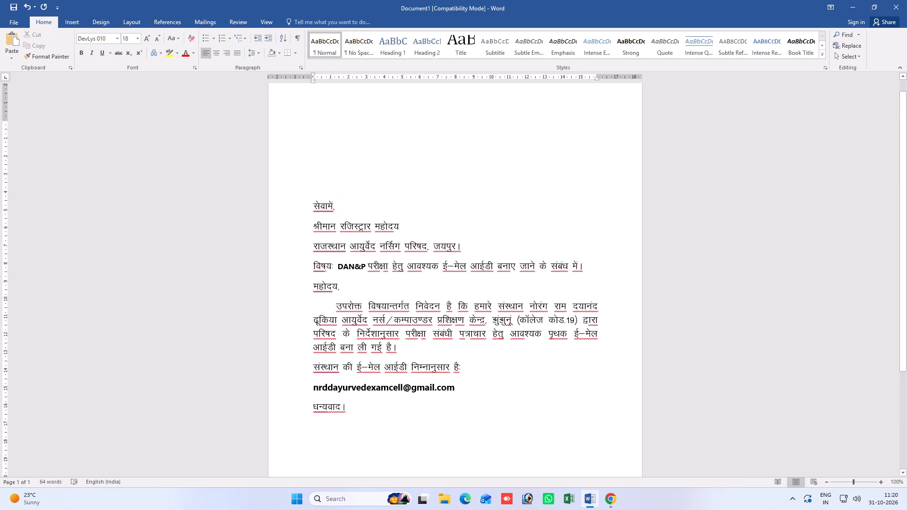